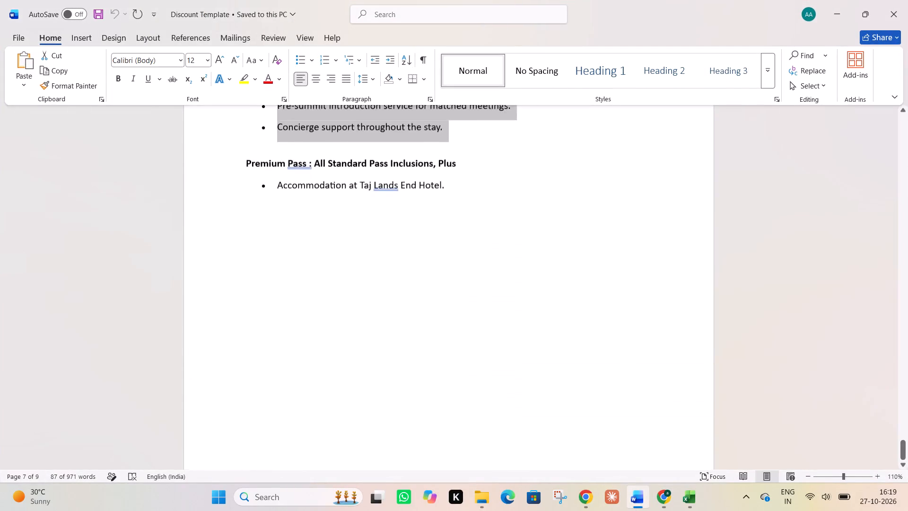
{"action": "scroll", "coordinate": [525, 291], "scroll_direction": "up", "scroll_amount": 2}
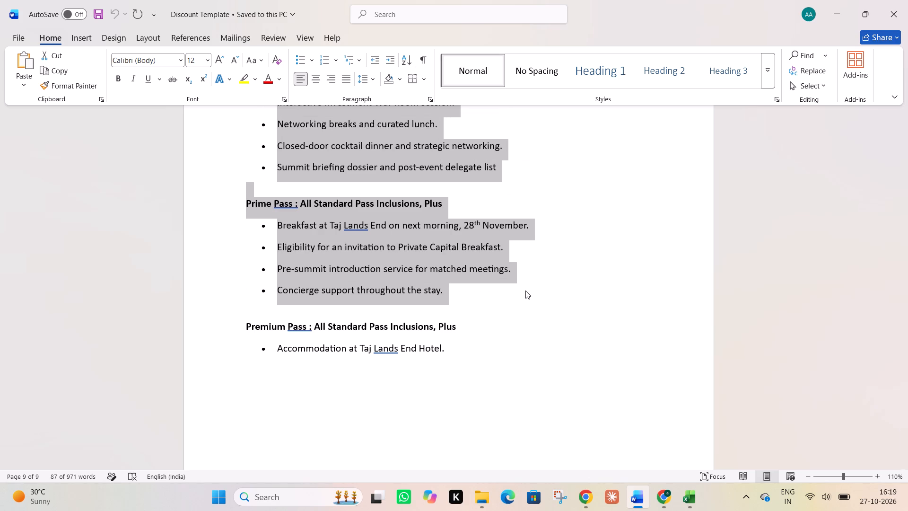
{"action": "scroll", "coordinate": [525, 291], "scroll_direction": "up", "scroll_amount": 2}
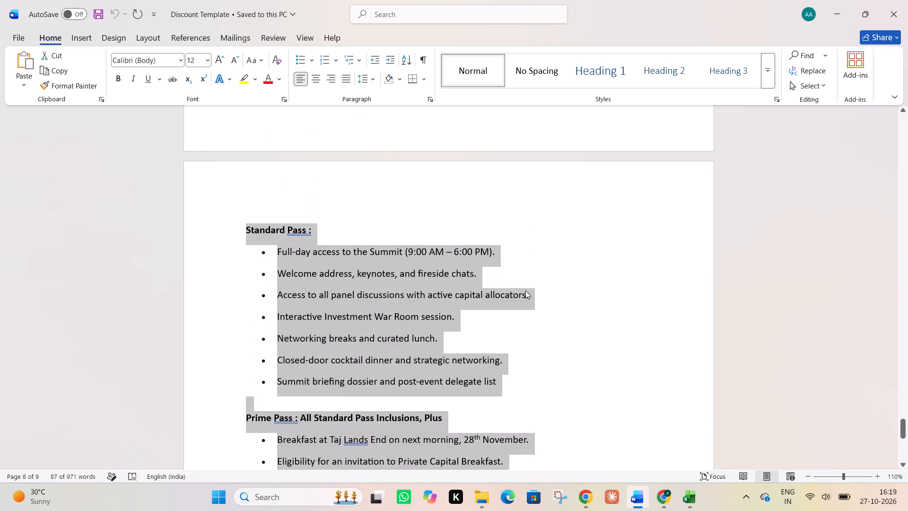
Examine the discount template's pass inclusions, payment instructions, and payment details for the Standard, Prime and Premium passes.
{"action": "scroll", "coordinate": [525, 291], "scroll_direction": "up", "scroll_amount": 2}
{"action": "scroll", "coordinate": [525, 291], "scroll_direction": "down", "scroll_amount": 1}
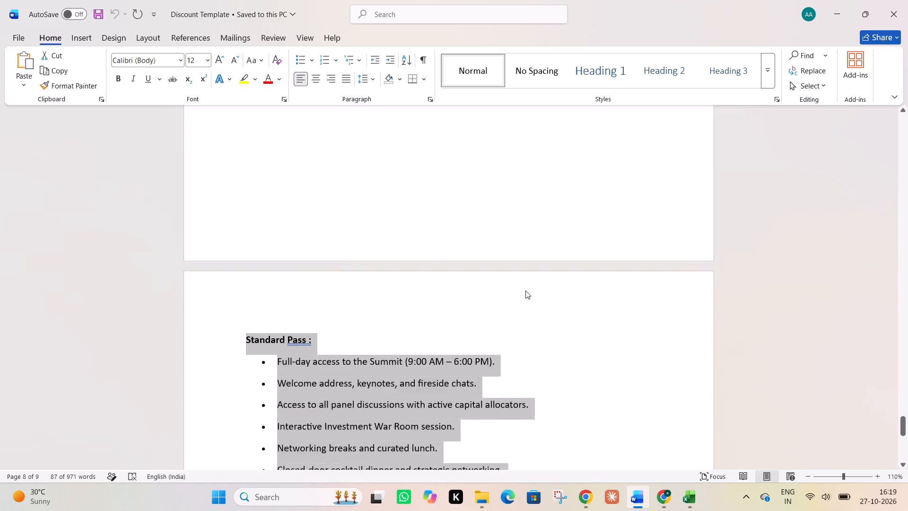
{"action": "scroll", "coordinate": [525, 291], "scroll_direction": "down", "scroll_amount": 1}
{"action": "scroll", "coordinate": [525, 291], "scroll_direction": "up", "scroll_amount": 1}
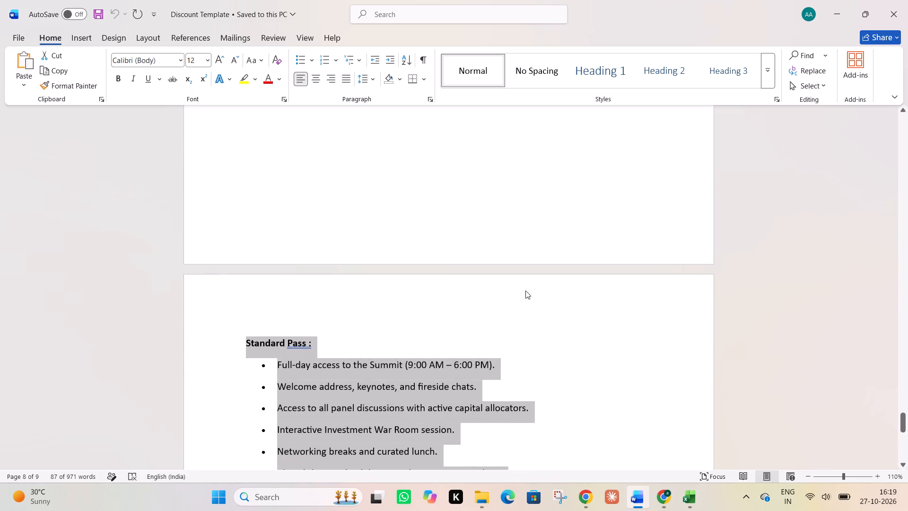
{"action": "scroll", "coordinate": [525, 291], "scroll_direction": "up", "scroll_amount": 6}
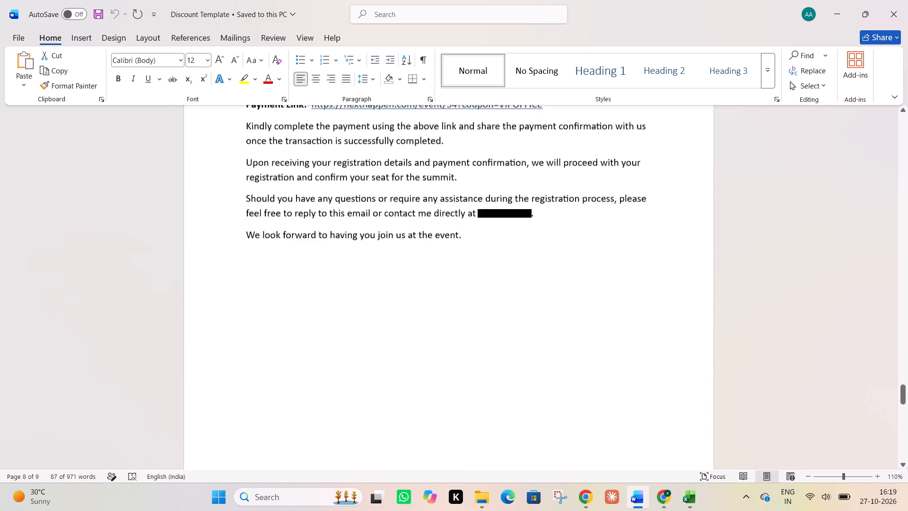
{"action": "scroll", "coordinate": [525, 291], "scroll_direction": "up", "scroll_amount": 2}
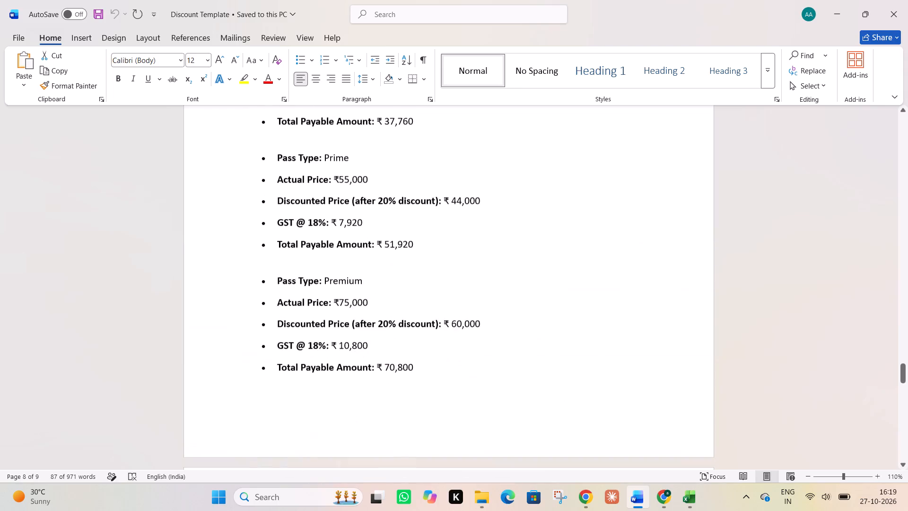
{"action": "scroll", "coordinate": [525, 291], "scroll_direction": "up", "scroll_amount": 2}
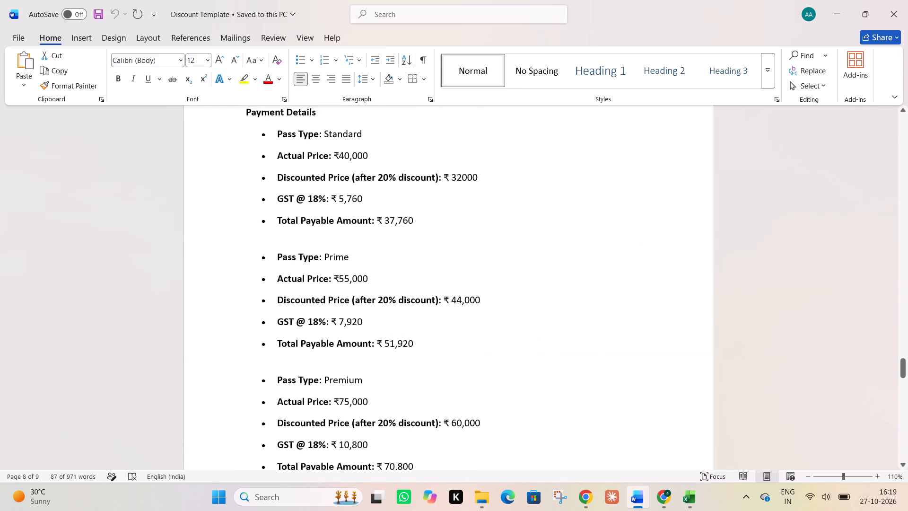
Copy the Payment Details section from its heading through the Prime pass's Total Payable Amount line, leaving out the Premium pass.
{"action": "scroll", "coordinate": [525, 291], "scroll_direction": "up", "scroll_amount": 1}
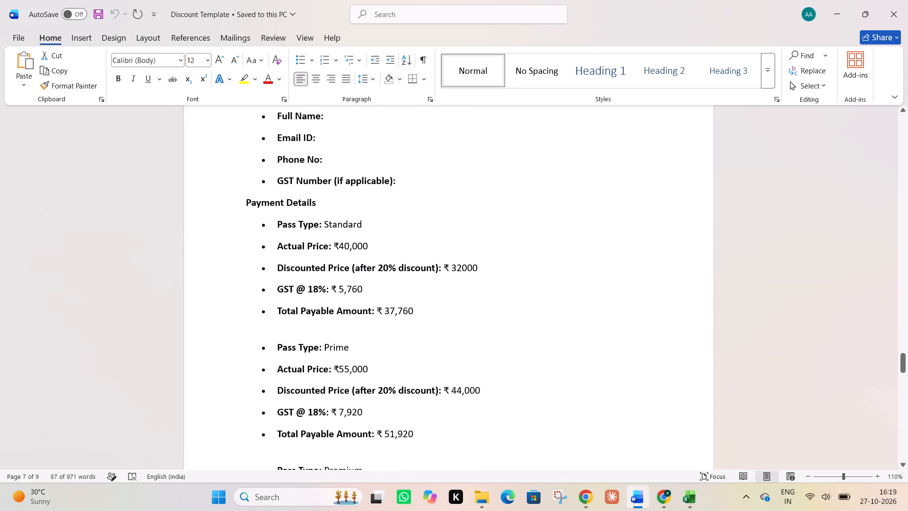
{"action": "scroll", "coordinate": [356, 205], "scroll_direction": "up", "scroll_amount": 1}
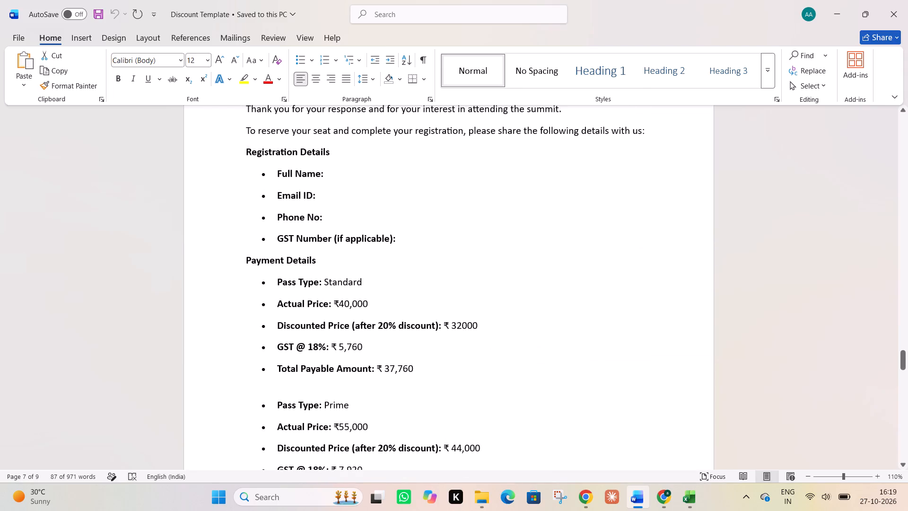
{"action": "scroll", "coordinate": [245, 249], "scroll_direction": "up", "scroll_amount": 1}
{"action": "scroll", "coordinate": [245, 249], "scroll_direction": "down", "scroll_amount": 1}
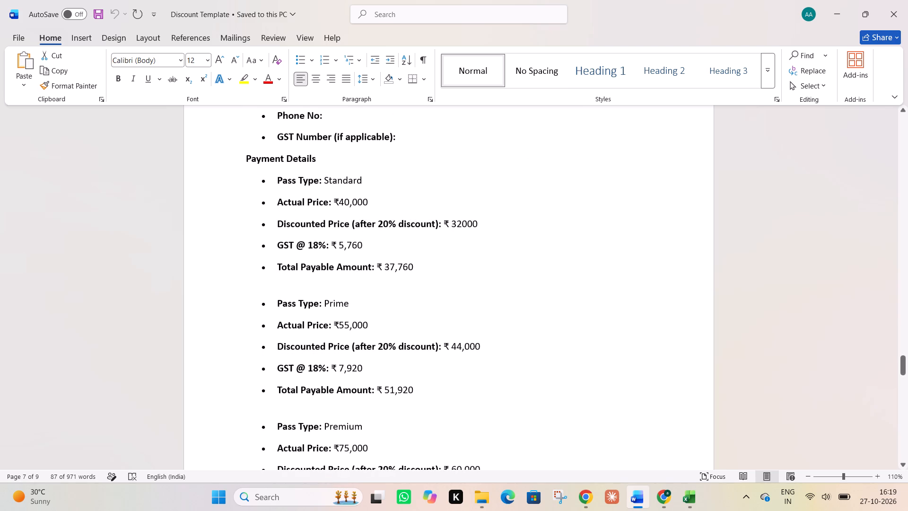
{"action": "left_click_drag", "start_coordinate": [243, 155], "coordinate": [402, 423]}
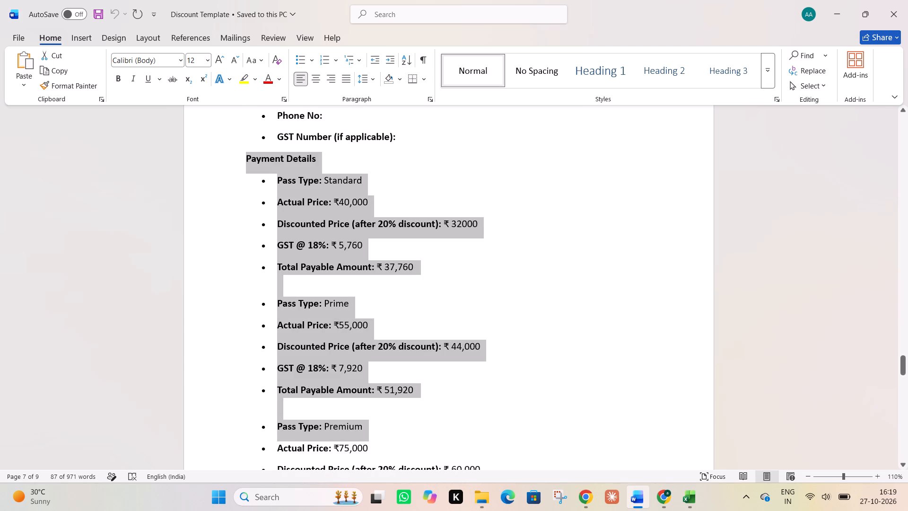
{"action": "left_click_drag", "start_coordinate": [402, 423], "coordinate": [391, 394]}
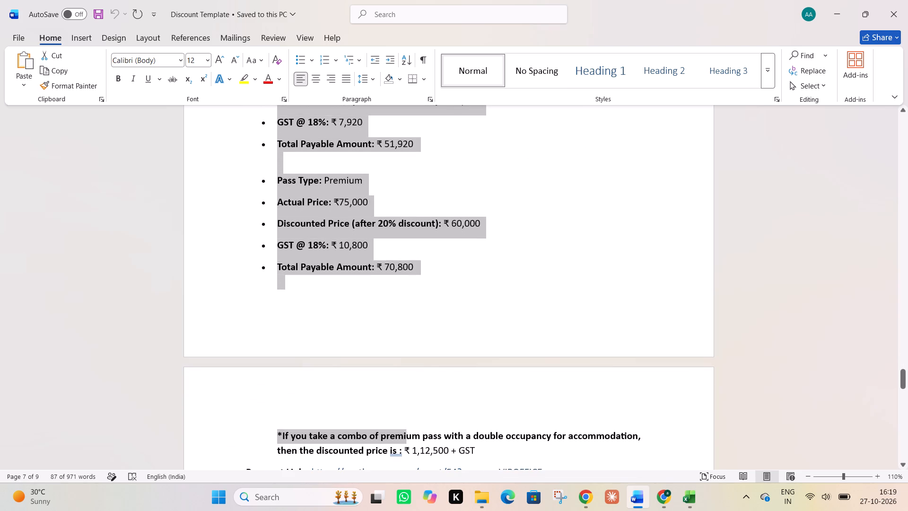
{"action": "left_click_drag", "start_coordinate": [391, 394], "coordinate": [425, 156]}
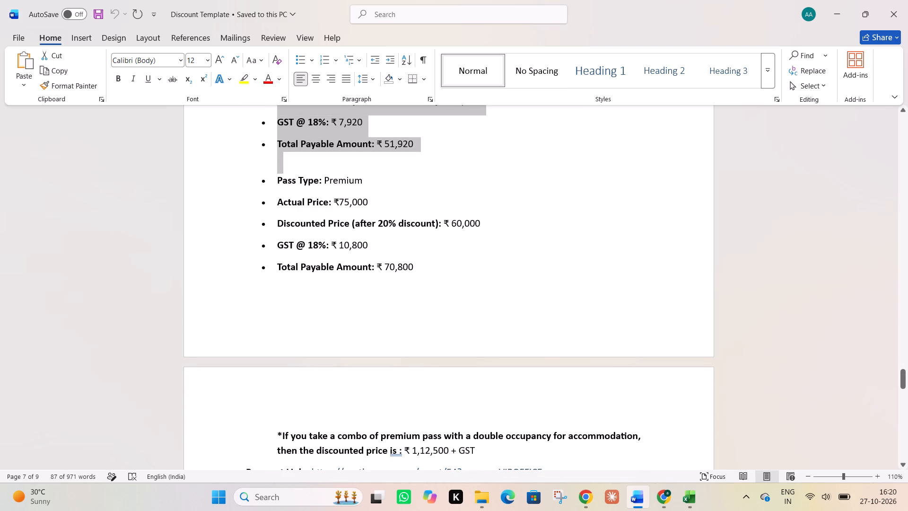
{"action": "left_click_drag", "start_coordinate": [425, 156], "coordinate": [422, 144]}
{"action": "key", "text": "ctrl+c"}
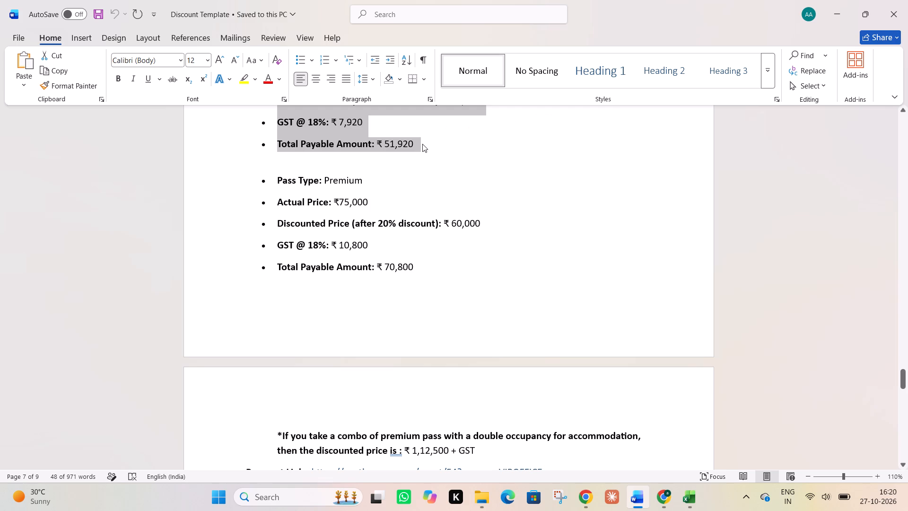
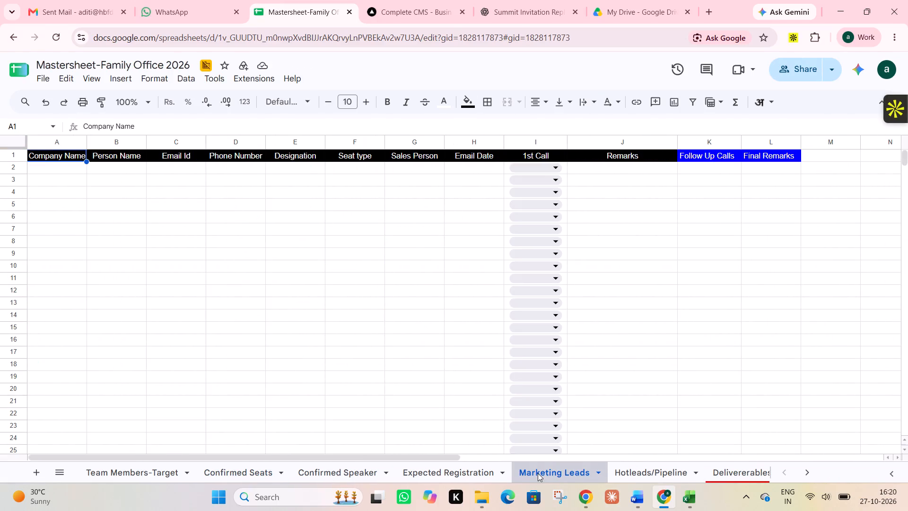
{"action": "left_click", "coordinate": [481, 473]}
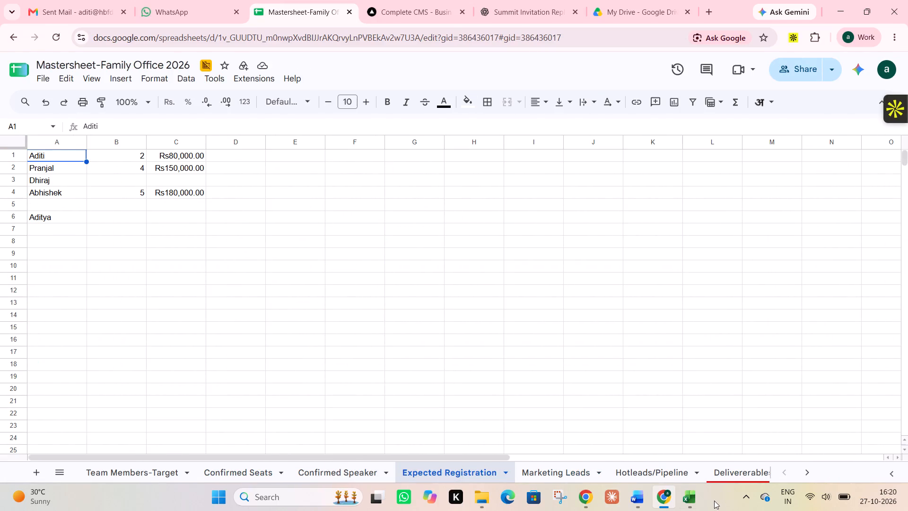
{"action": "scroll", "coordinate": [727, 472], "scroll_direction": "left", "scroll_amount": 3}
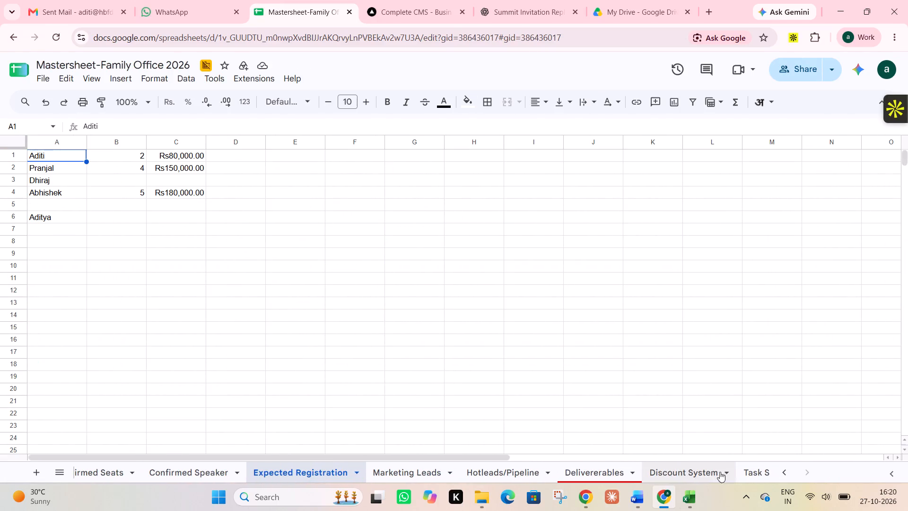
{"action": "left_click", "coordinate": [686, 471]}
{"action": "scroll", "coordinate": [565, 294], "scroll_direction": "up", "scroll_amount": 1}
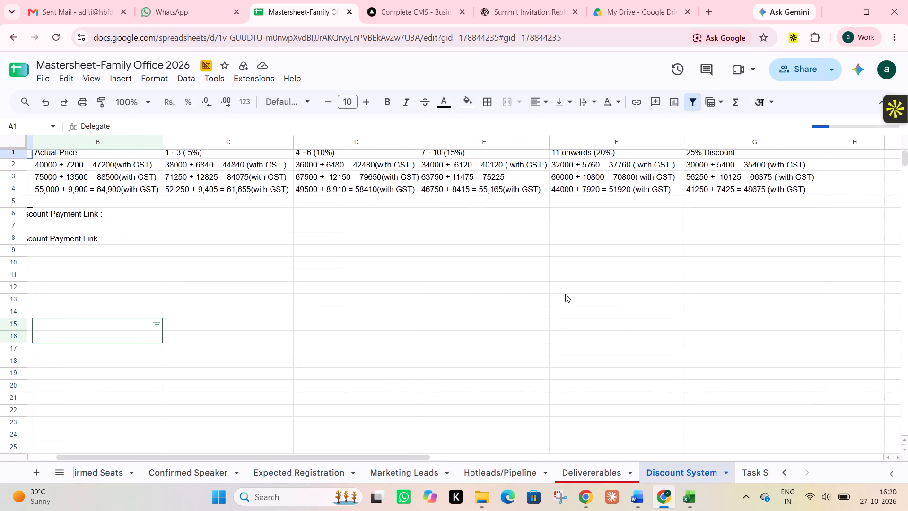
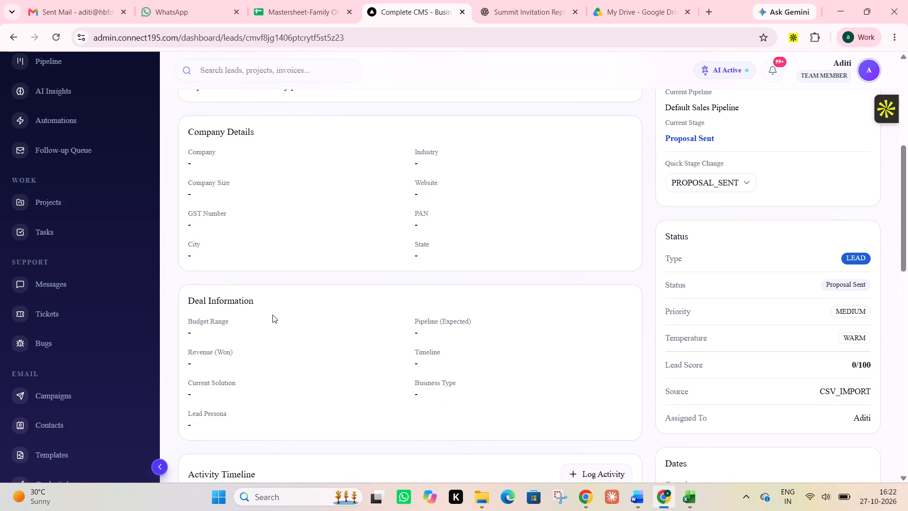
Copy the LinkedIn profile address from the lead's custom fields and open that profile in a new browser tab.
{"action": "scroll", "coordinate": [272, 315], "scroll_direction": "down", "scroll_amount": 5}
{"action": "scroll", "coordinate": [272, 315], "scroll_direction": "up", "scroll_amount": 1}
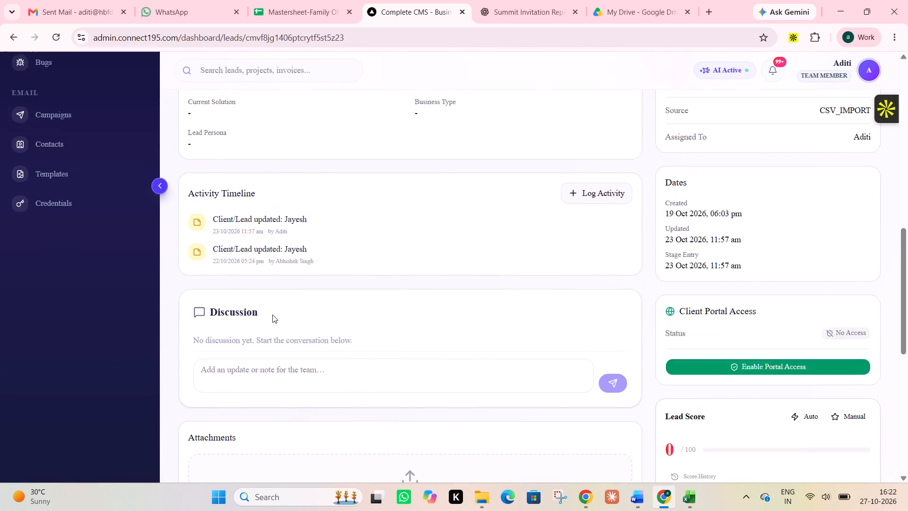
{"action": "scroll", "coordinate": [272, 315], "scroll_direction": "up", "scroll_amount": 3}
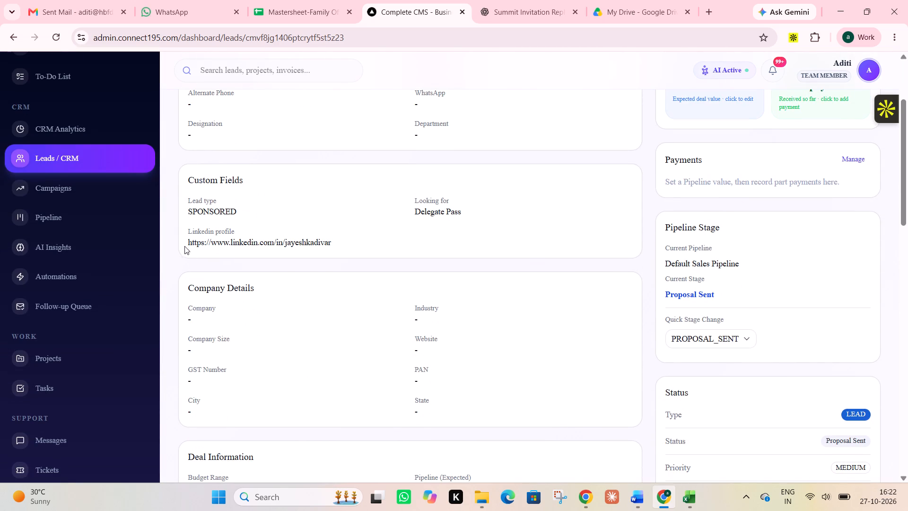
{"action": "left_click_drag", "start_coordinate": [184, 241], "coordinate": [372, 256]}
{"action": "key", "text": "ctrl+c"}
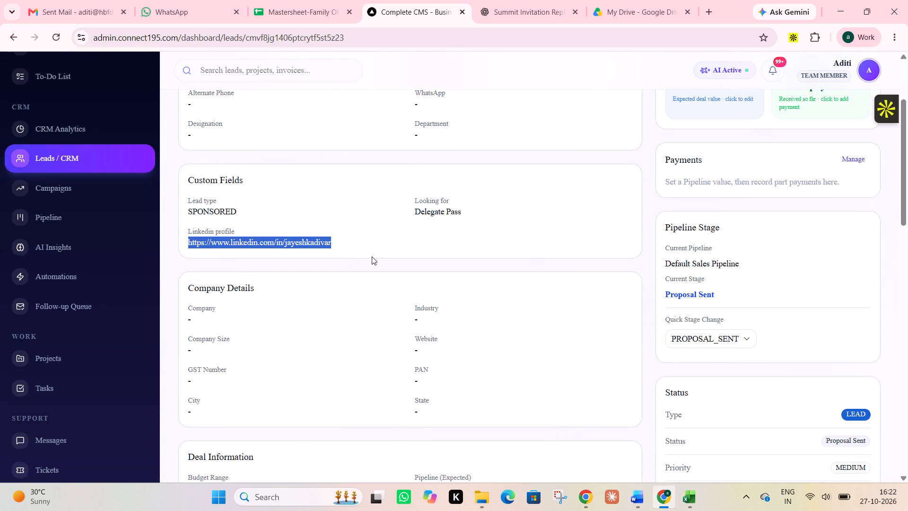
{"action": "left_click", "coordinate": [708, 9]}
{"action": "key", "text": "ctrl+v"}
{"action": "key", "text": "ctrl+Return"}
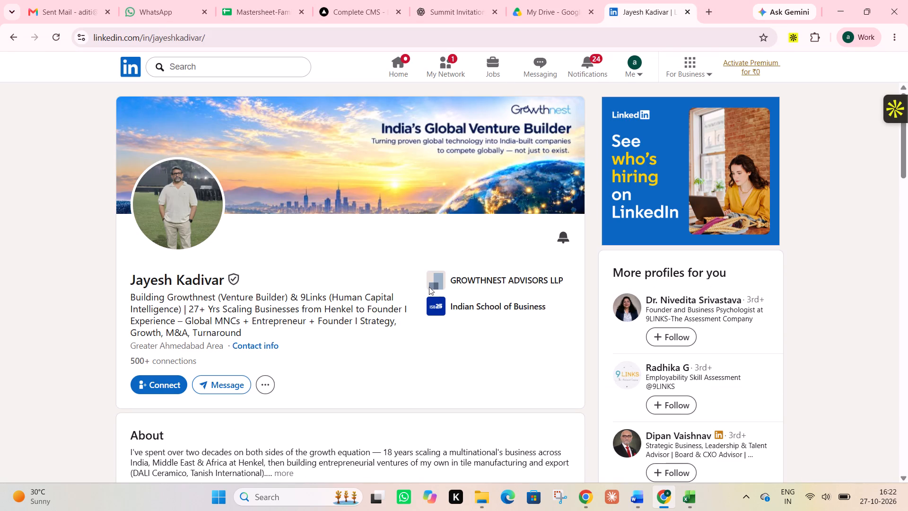
Copy the company name GROWTHNEST ADVISORS LLP from the lead's LinkedIn profile and search the web for it in a new browser tab.
{"action": "left_click_drag", "start_coordinate": [449, 282], "coordinate": [557, 277]}
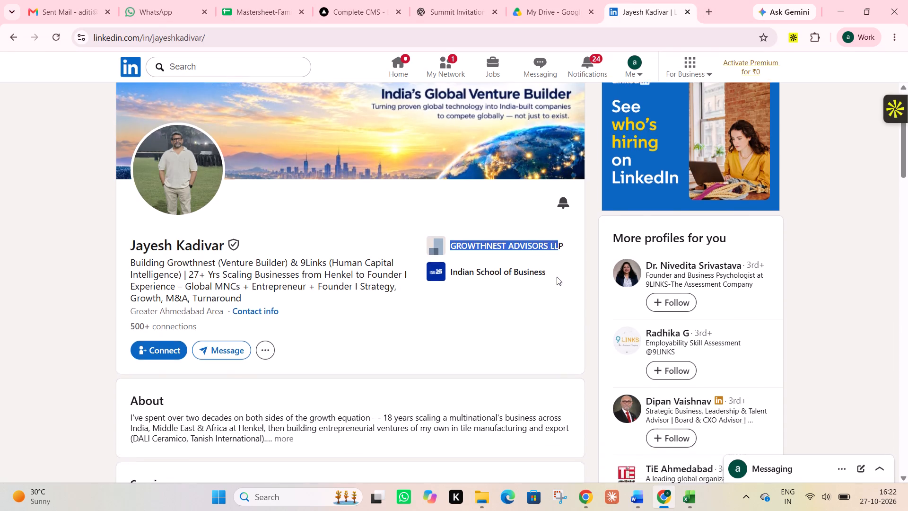
{"action": "scroll", "coordinate": [444, 277], "scroll_direction": "up", "scroll_amount": 16}
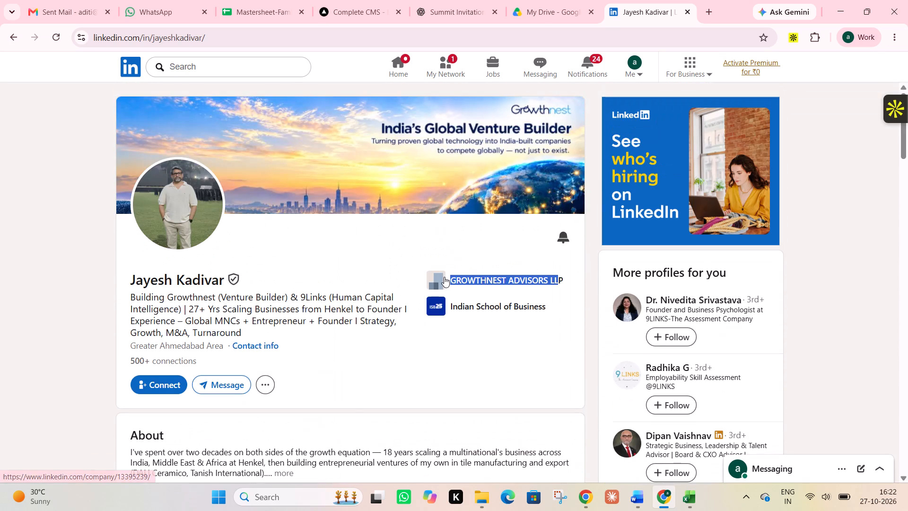
{"action": "scroll", "coordinate": [444, 277], "scroll_direction": "up", "scroll_amount": 3}
{"action": "left_click", "coordinate": [454, 282]}
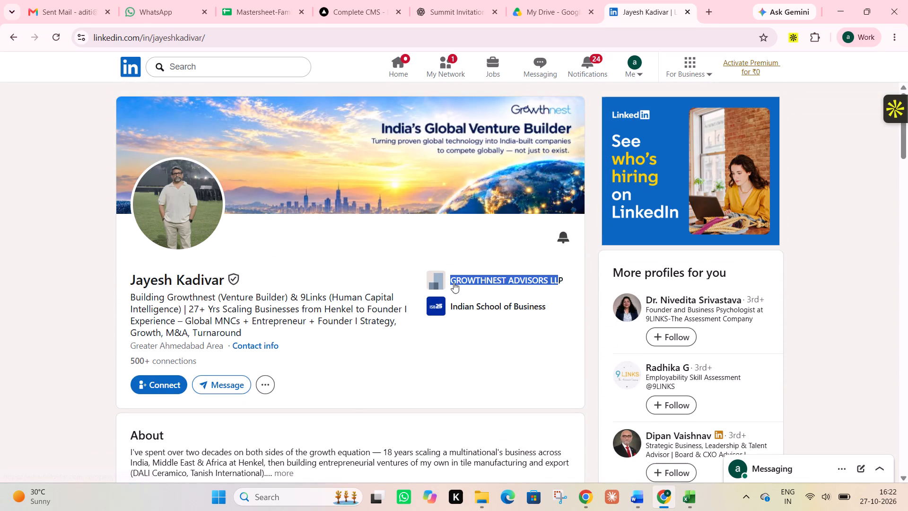
{"action": "scroll", "coordinate": [450, 265], "scroll_direction": "up", "scroll_amount": 19}
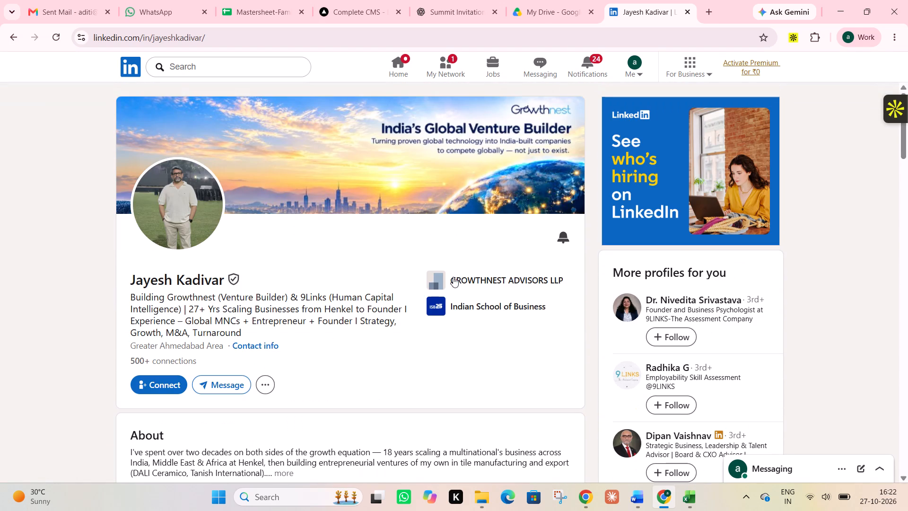
{"action": "left_click_drag", "start_coordinate": [449, 280], "coordinate": [565, 280]}
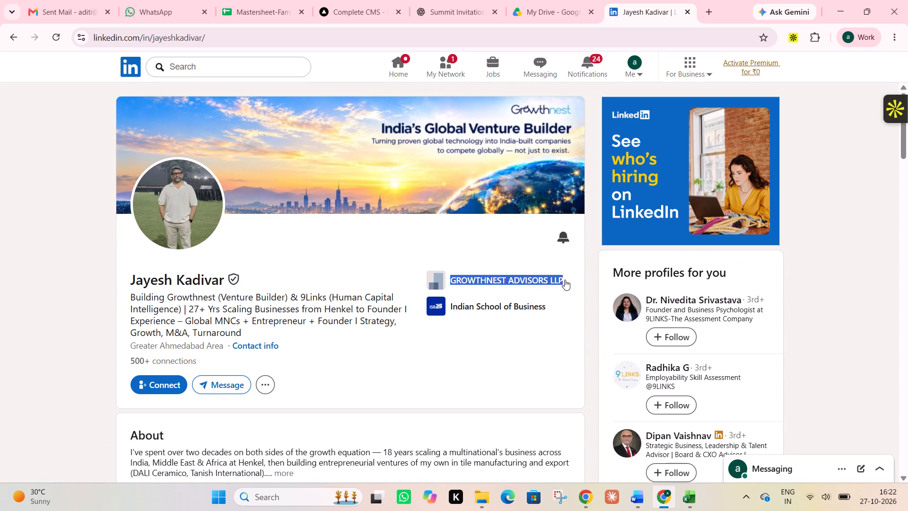
{"action": "left_click_drag", "start_coordinate": [565, 280], "coordinate": [567, 281]}
{"action": "key", "text": "ctrl+c"}
{"action": "left_click", "coordinate": [709, 5]}
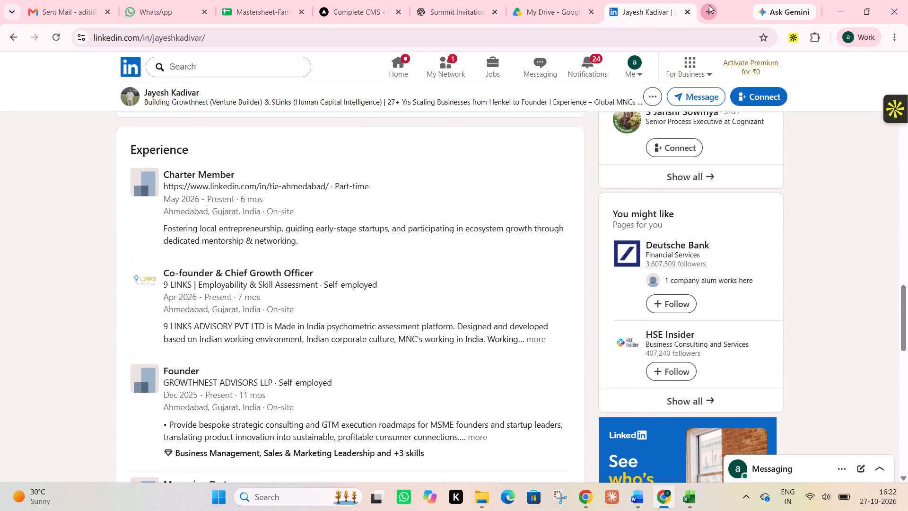
{"action": "key", "text": "ctrl+v"}
{"action": "key", "text": "Return"}
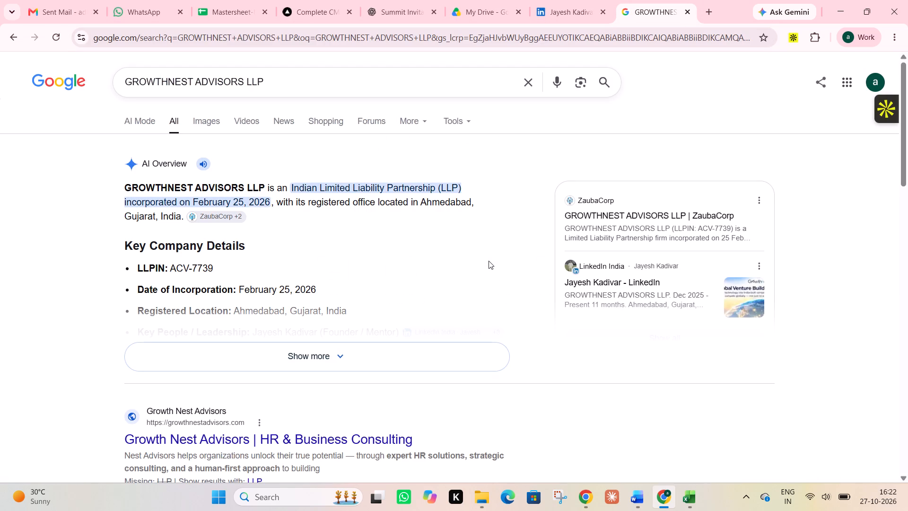
{"action": "scroll", "coordinate": [489, 261], "scroll_direction": "up", "scroll_amount": 1}
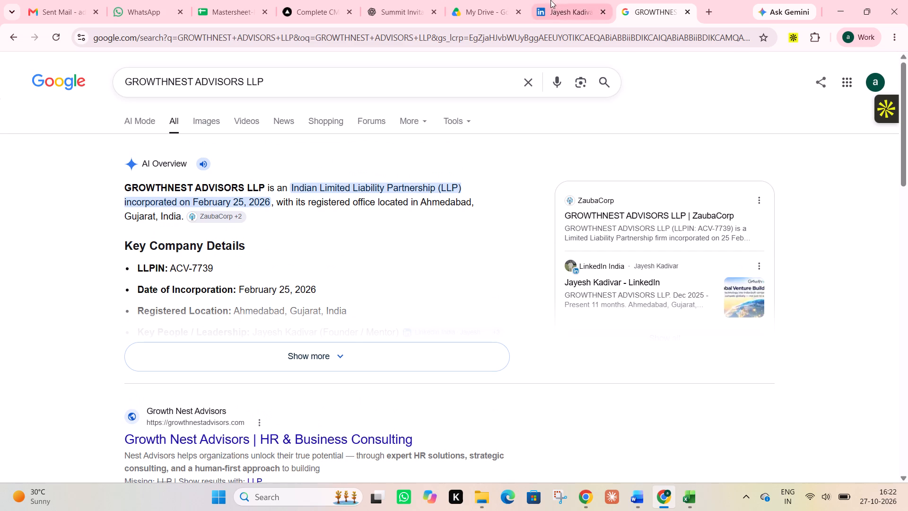
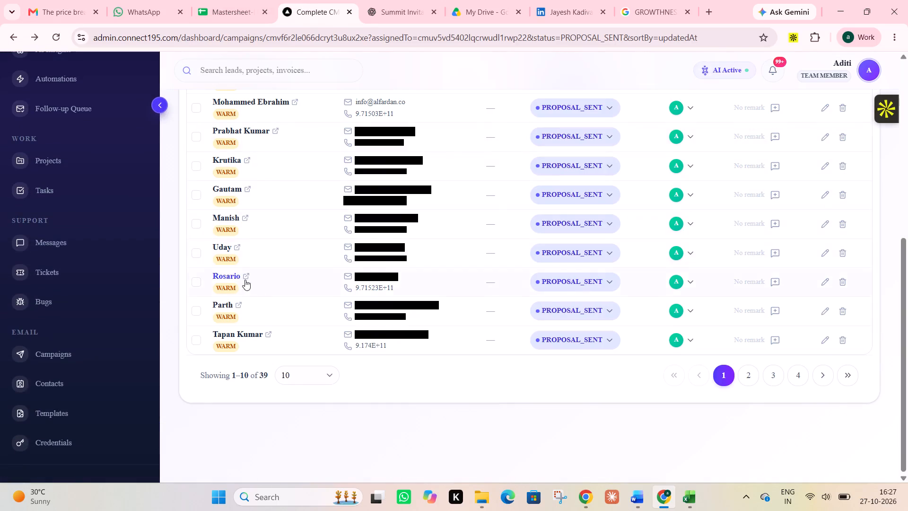
Go to page 2 of the campaign's leads filtered to PROPOSAL_SENT.
{"action": "scroll", "coordinate": [544, 326], "scroll_direction": "up", "scroll_amount": 1}
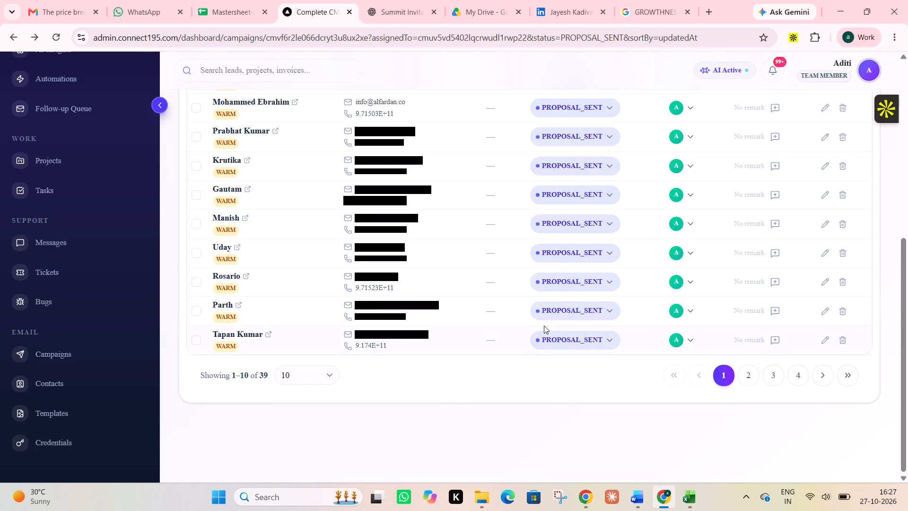
{"action": "scroll", "coordinate": [544, 326], "scroll_direction": "up", "scroll_amount": 1}
{"action": "scroll", "coordinate": [652, 342], "scroll_direction": "down", "scroll_amount": 6}
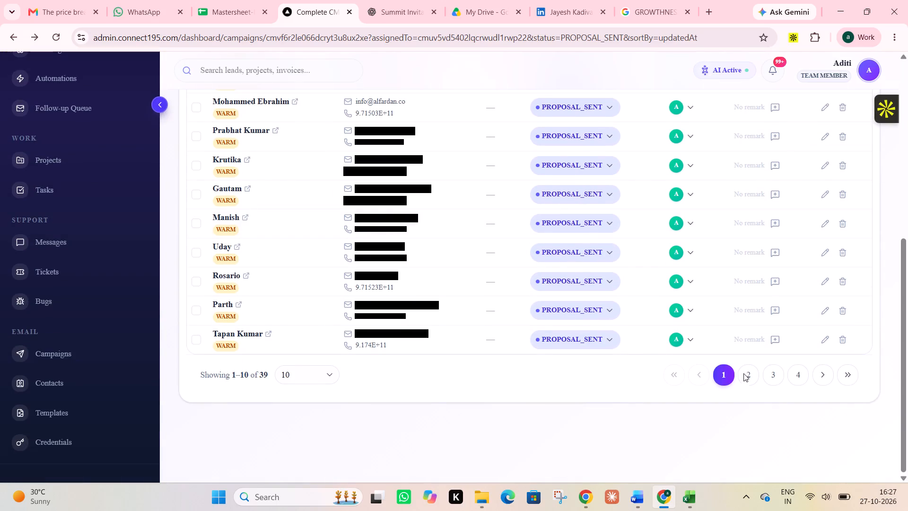
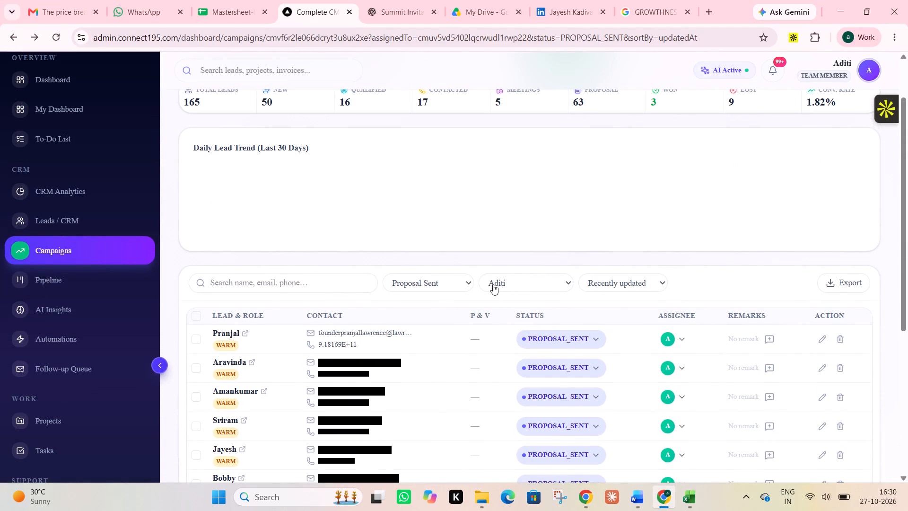
{"action": "scroll", "coordinate": [493, 284], "scroll_direction": "down", "scroll_amount": 2}
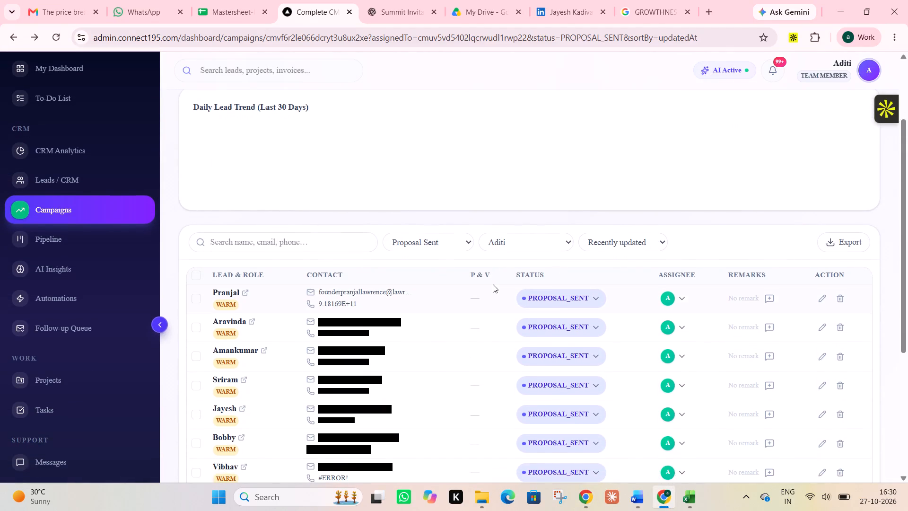
Look further down the campaign's leads list filtered to Proposal Sent and assignee Aditi.
{"action": "scroll", "coordinate": [493, 284], "scroll_direction": "down", "scroll_amount": 1}
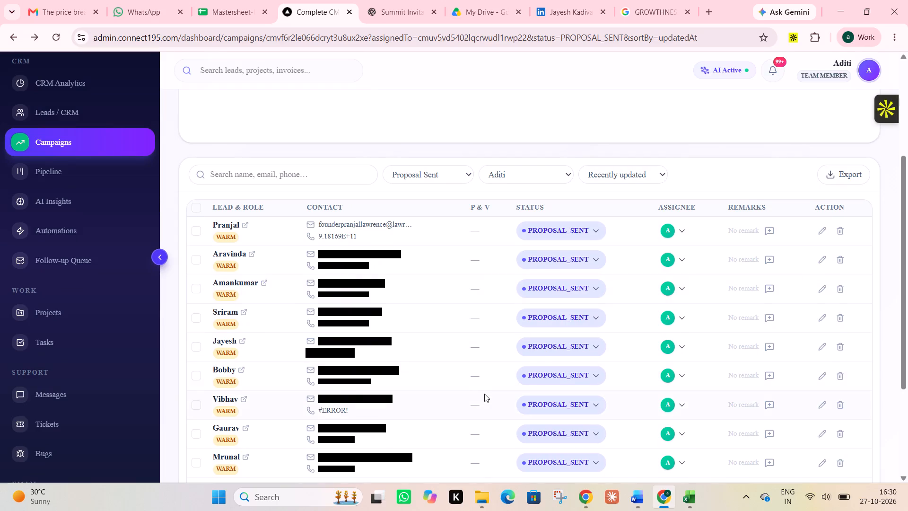
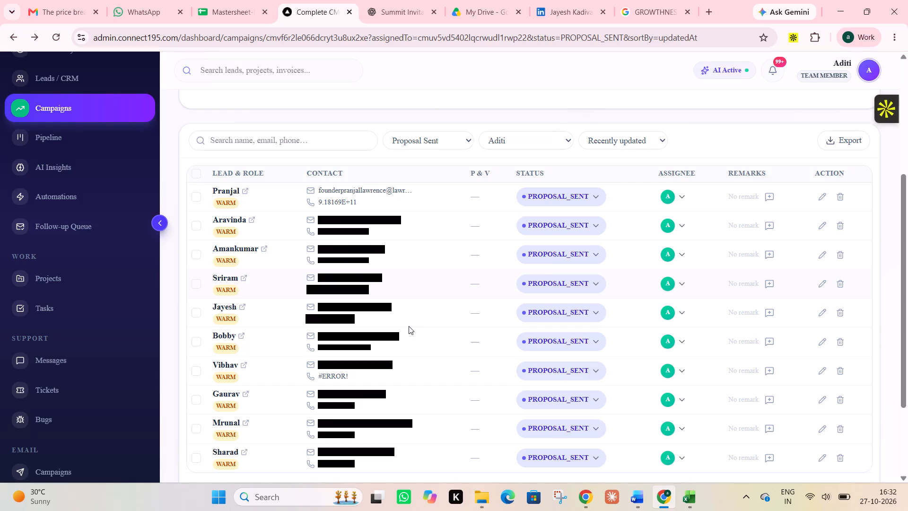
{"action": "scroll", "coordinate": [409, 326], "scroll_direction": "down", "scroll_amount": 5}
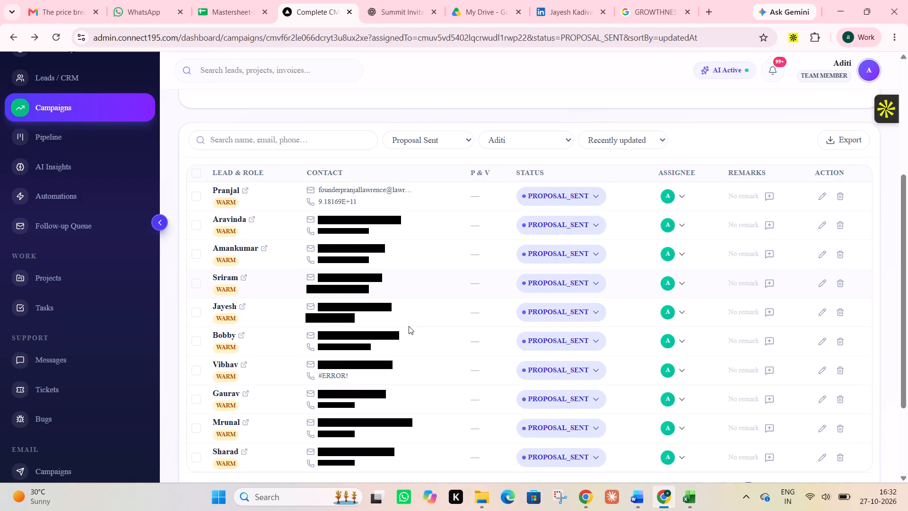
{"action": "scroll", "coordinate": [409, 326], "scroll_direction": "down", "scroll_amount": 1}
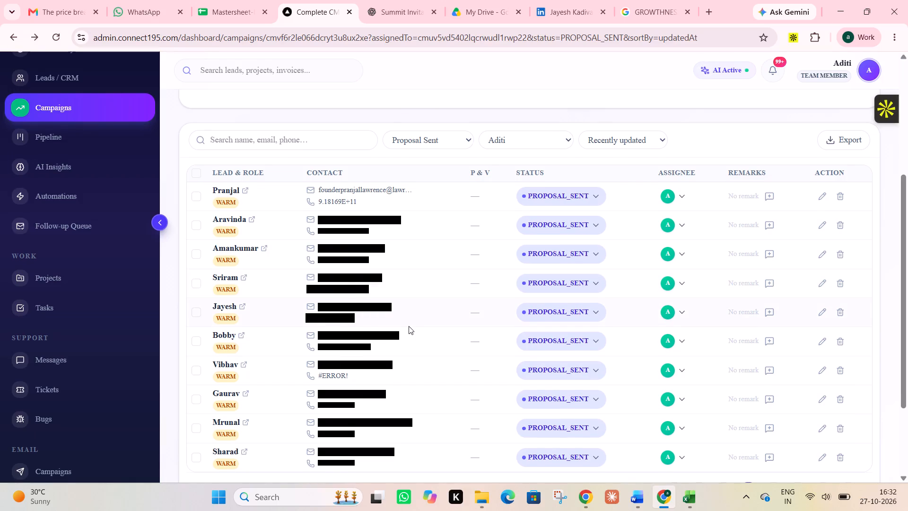